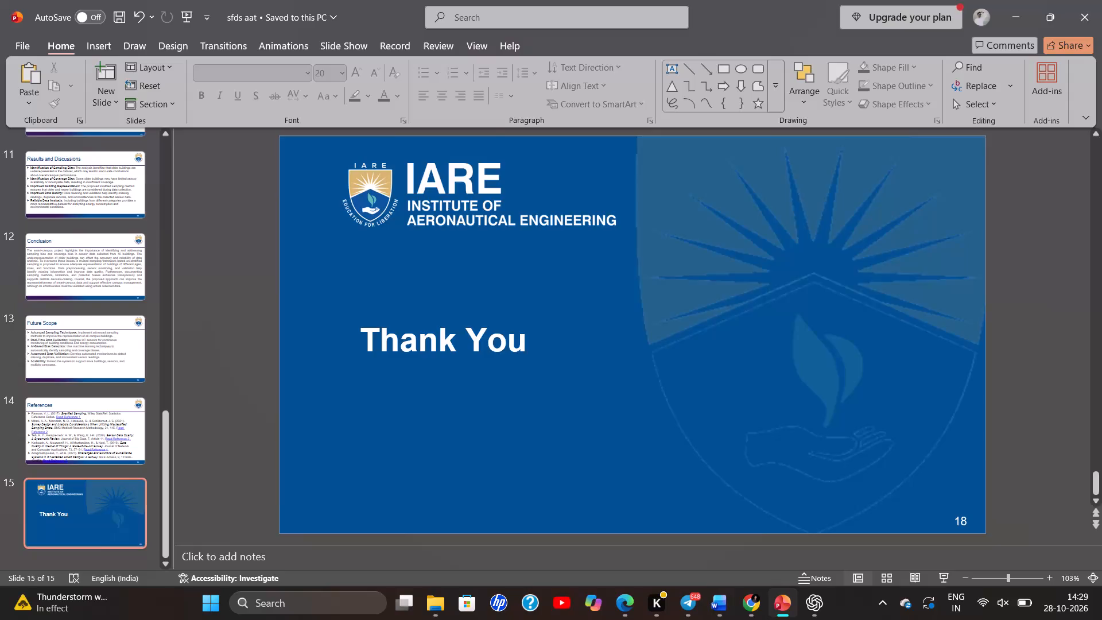
Look through the slides of the sfds aat presentation, from the title slide to the closing slides and back.
{"action": "scroll", "coordinate": [669, 459], "scroll_direction": "up", "scroll_amount": 13}
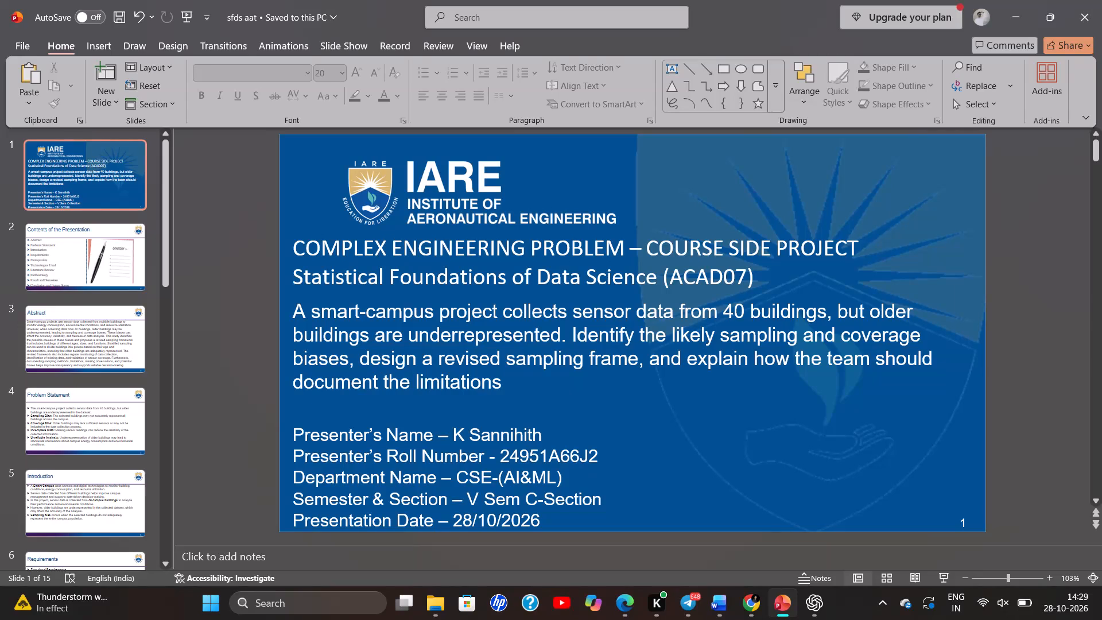
{"action": "left_click", "coordinate": [684, 360]}
{"action": "left_click", "coordinate": [204, 385]}
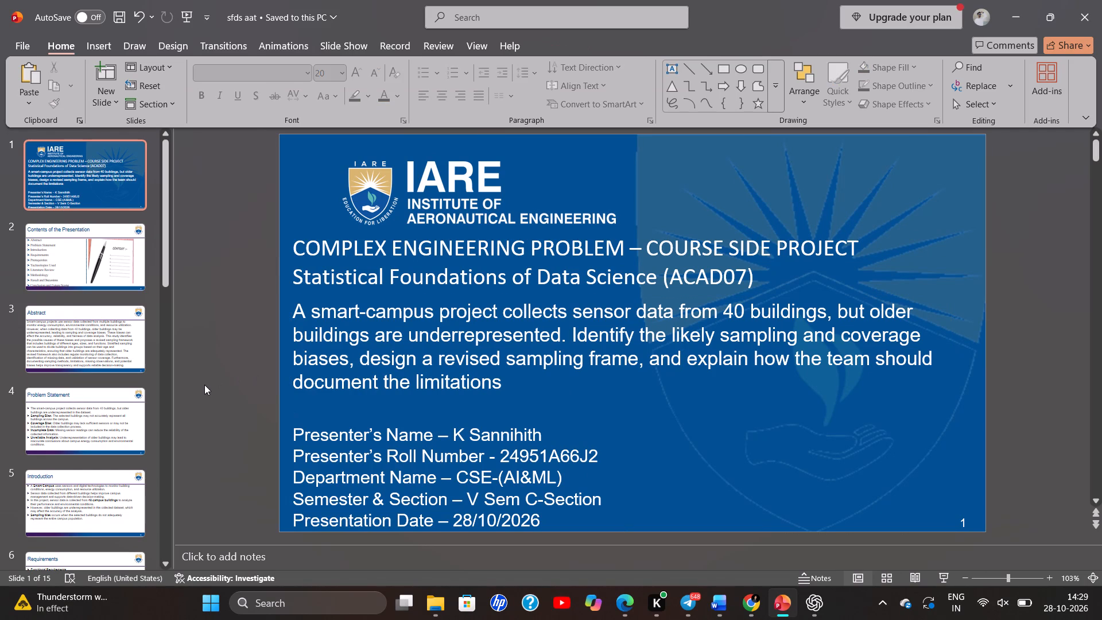
{"action": "scroll", "coordinate": [204, 385], "scroll_direction": "down", "scroll_amount": 3}
{"action": "scroll", "coordinate": [204, 385], "scroll_direction": "up", "scroll_amount": 14}
{"action": "scroll", "coordinate": [204, 385], "scroll_direction": "down", "scroll_amount": 2}
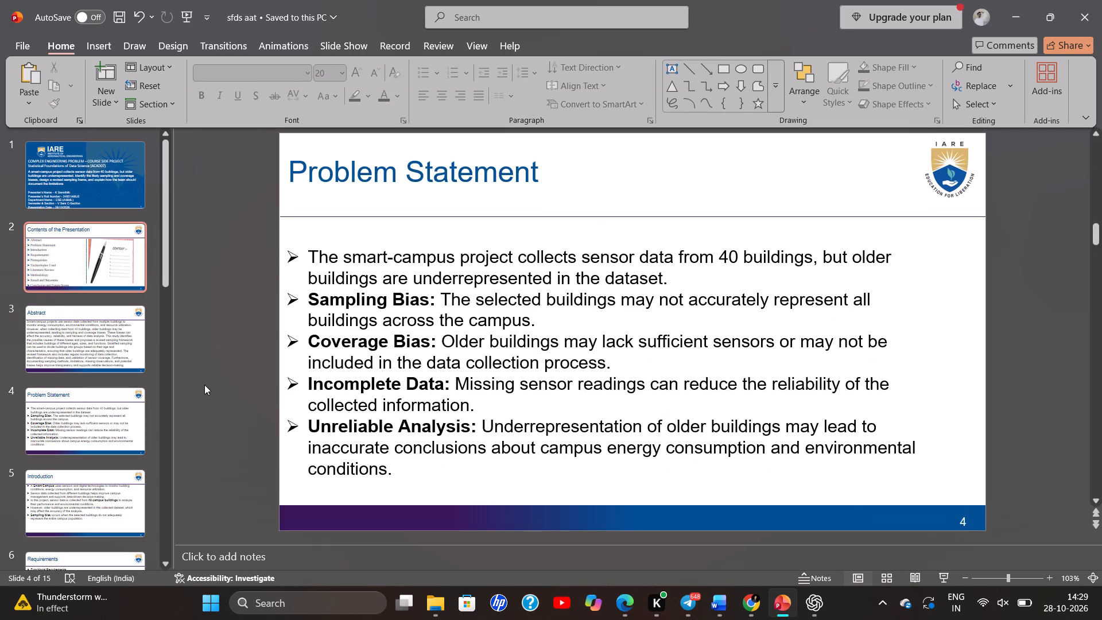
{"action": "scroll", "coordinate": [204, 385], "scroll_direction": "up", "scroll_amount": 6}
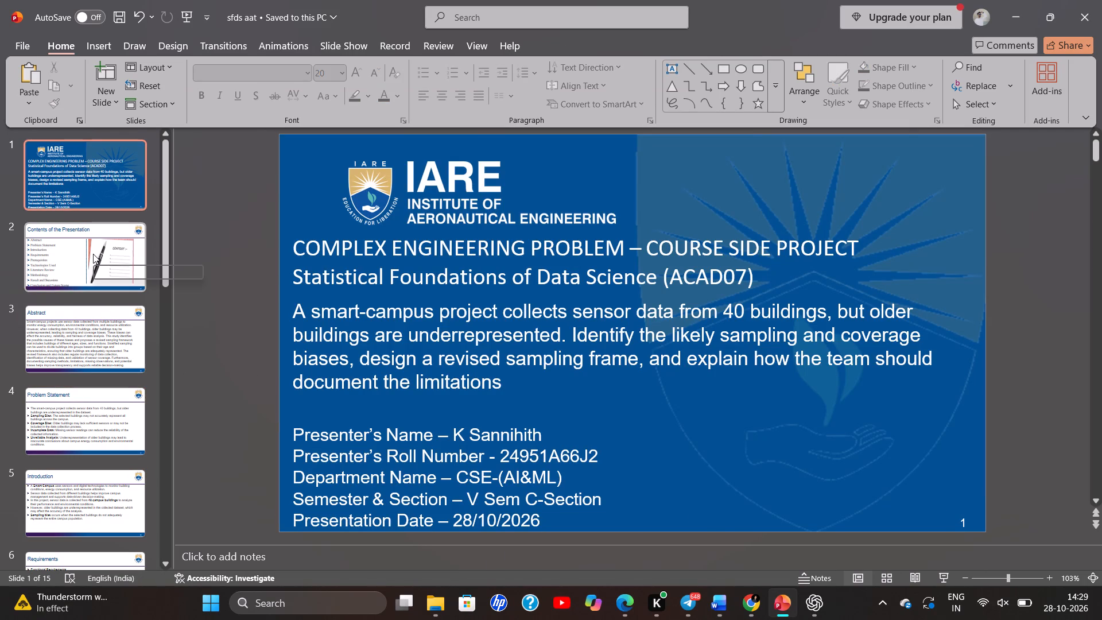
{"action": "left_click", "coordinate": [93, 254]}
{"action": "left_click", "coordinate": [87, 367]}
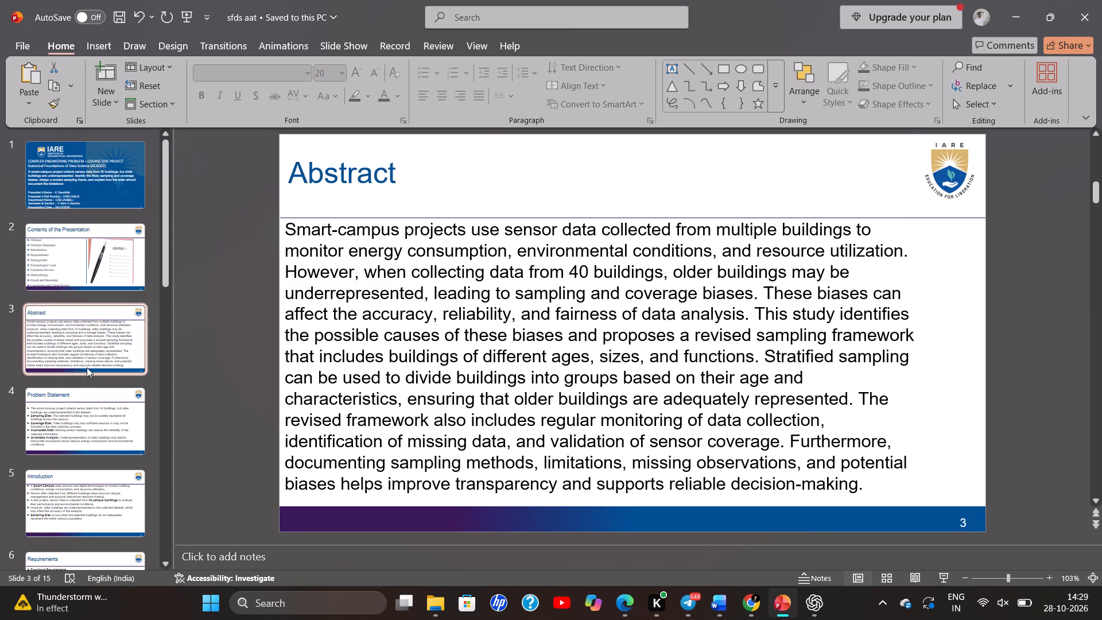
{"action": "left_click", "coordinate": [82, 416]}
{"action": "left_click", "coordinate": [219, 368]}
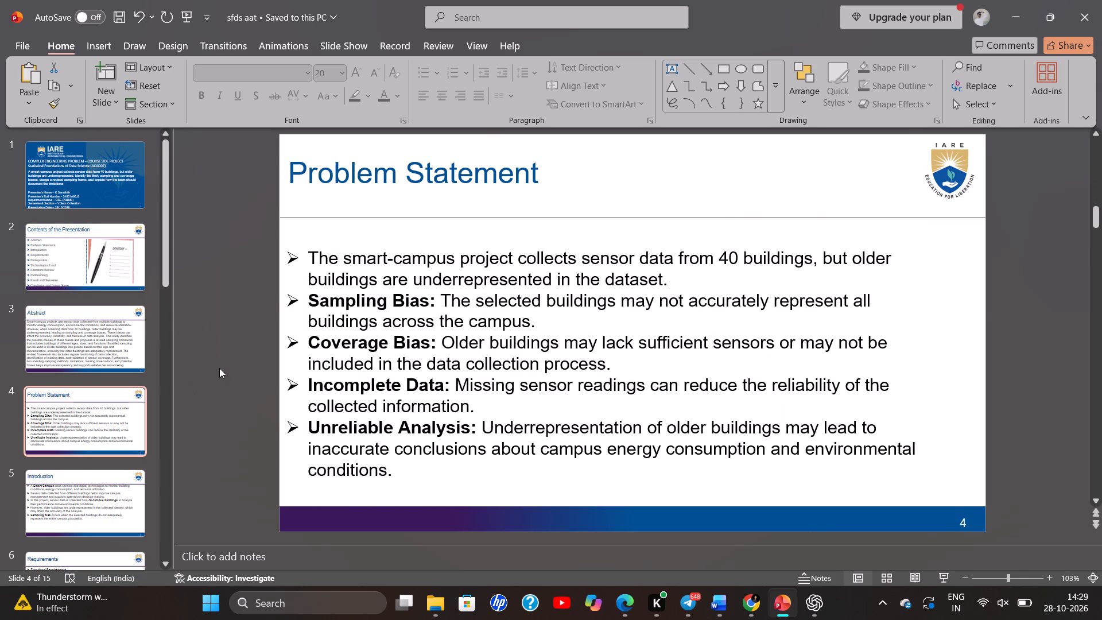
{"action": "left_click", "coordinate": [111, 193]}
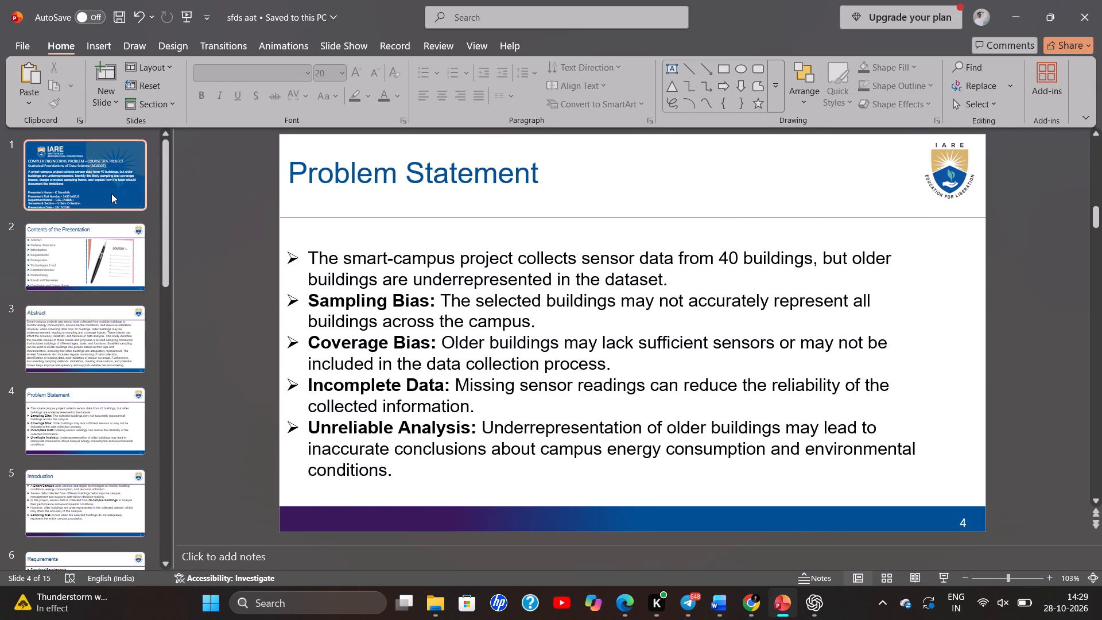
{"action": "scroll", "coordinate": [236, 300], "scroll_direction": "down", "scroll_amount": 3}
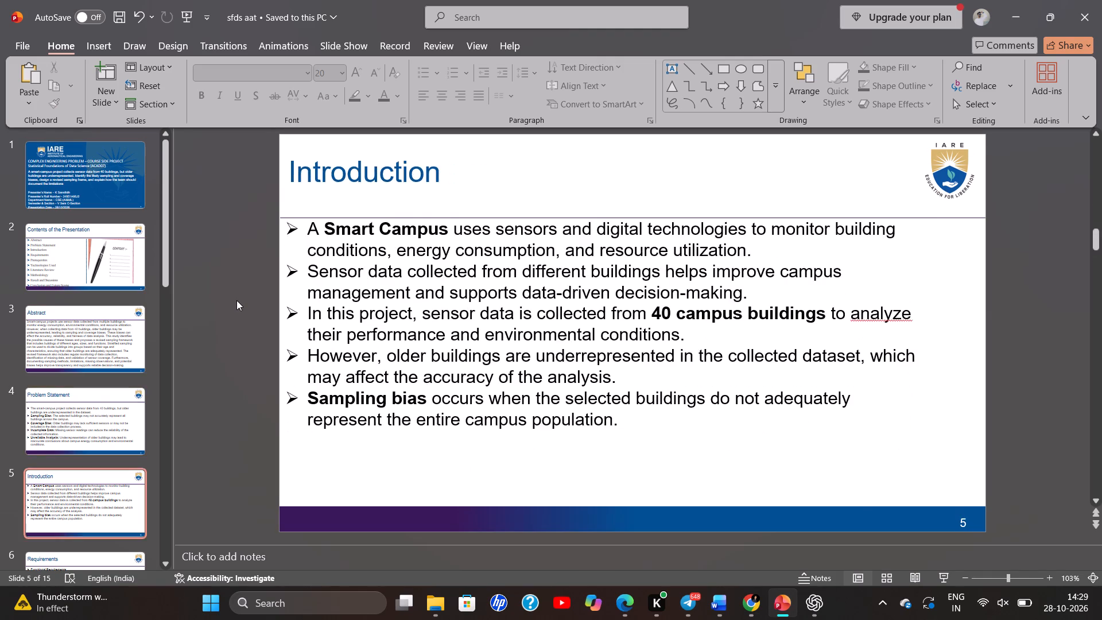
{"action": "scroll", "coordinate": [236, 300], "scroll_direction": "down", "scroll_amount": 4}
{"action": "scroll", "coordinate": [236, 300], "scroll_direction": "up", "scroll_amount": 3}
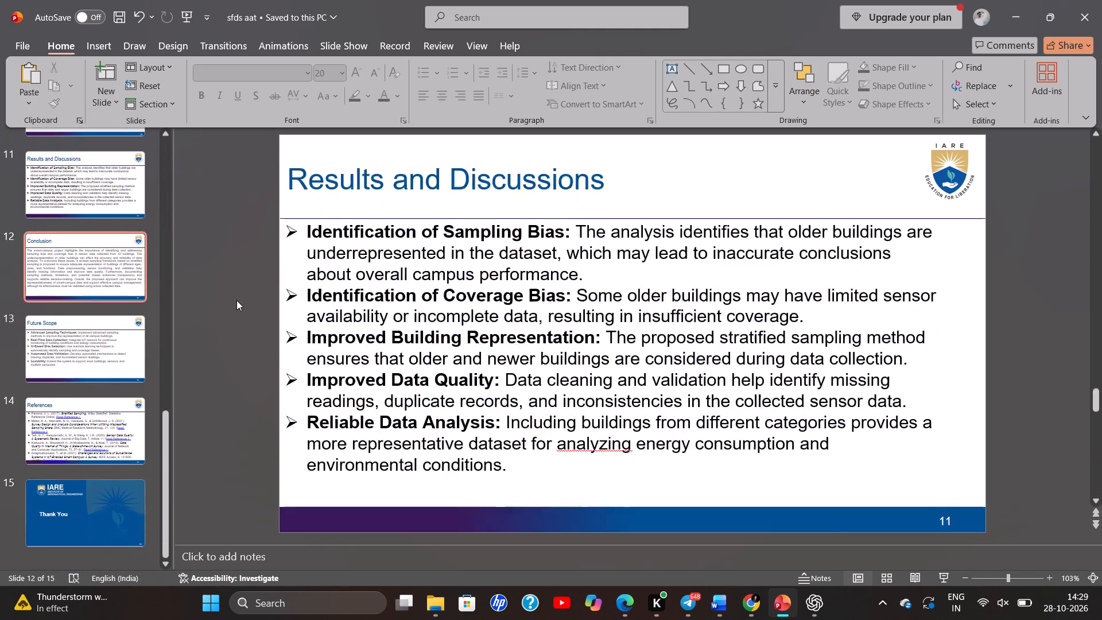
{"action": "scroll", "coordinate": [236, 300], "scroll_direction": "up", "scroll_amount": 11}
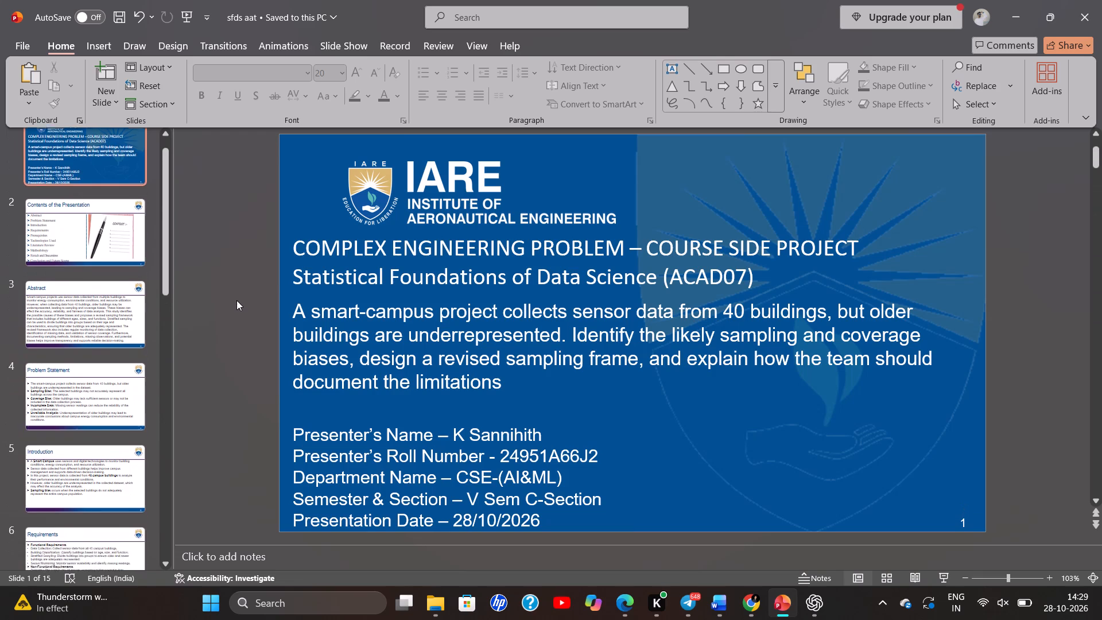
{"action": "scroll", "coordinate": [236, 300], "scroll_direction": "up", "scroll_amount": 2}
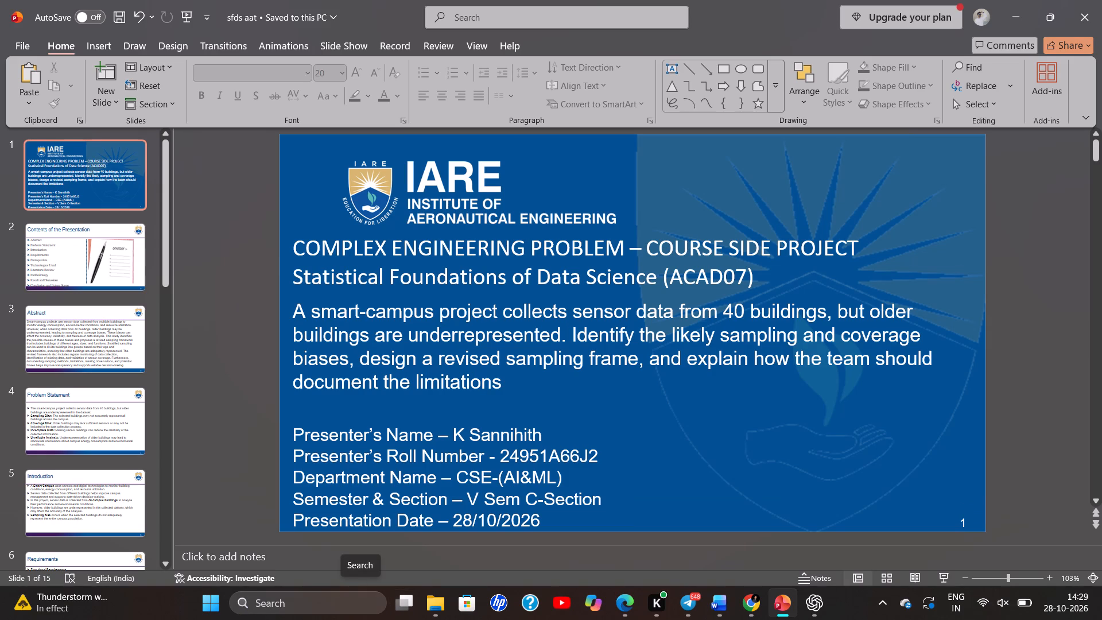
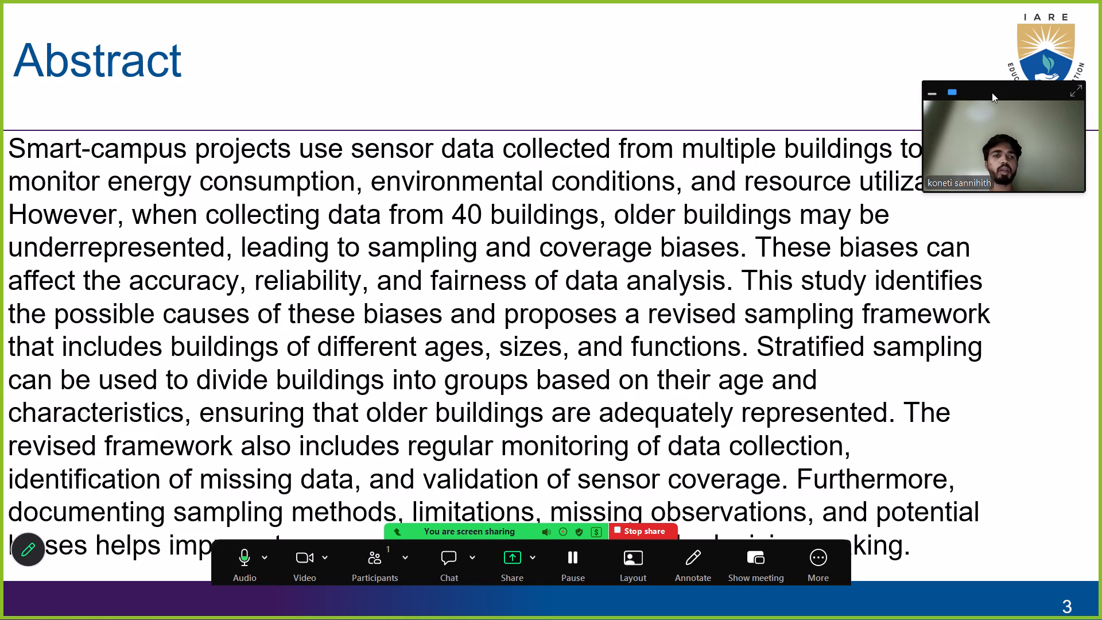
Move the floating webcam video off the college logo and the ends of the Abstract text lines, beside the slide's heading.
{"action": "left_click_drag", "start_coordinate": [992, 91], "coordinate": [756, 43]}
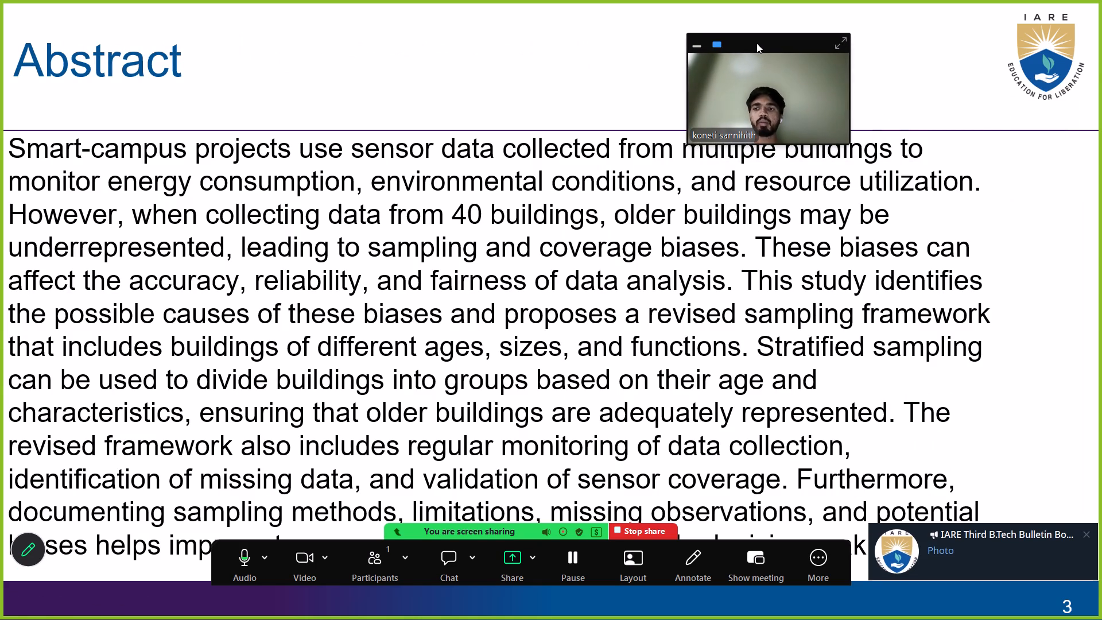
{"action": "left_click_drag", "start_coordinate": [756, 43], "coordinate": [756, 44]}
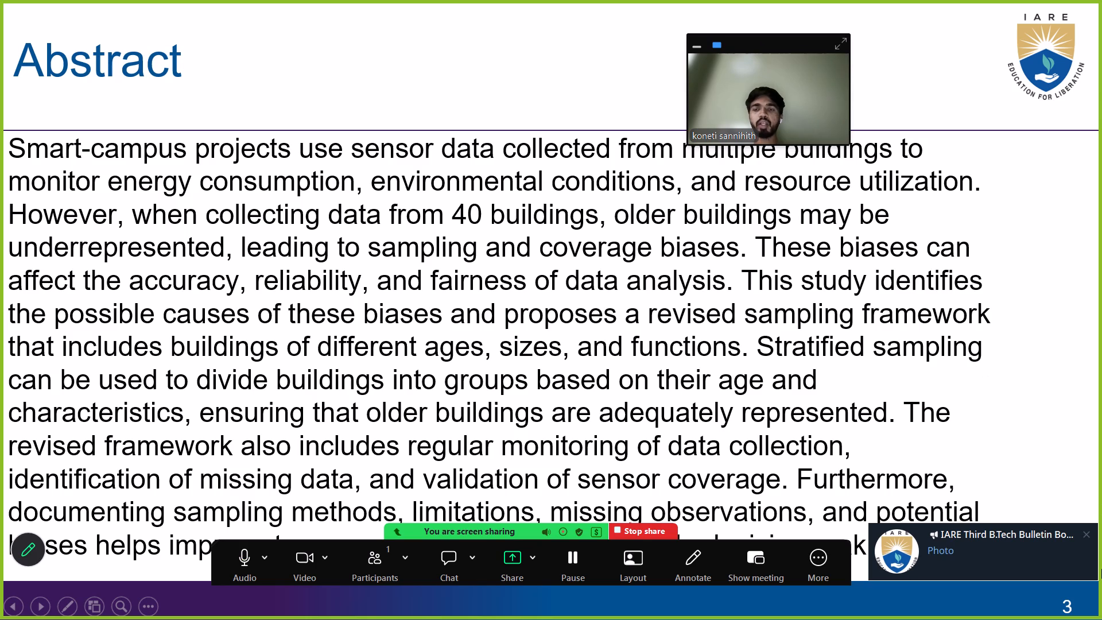
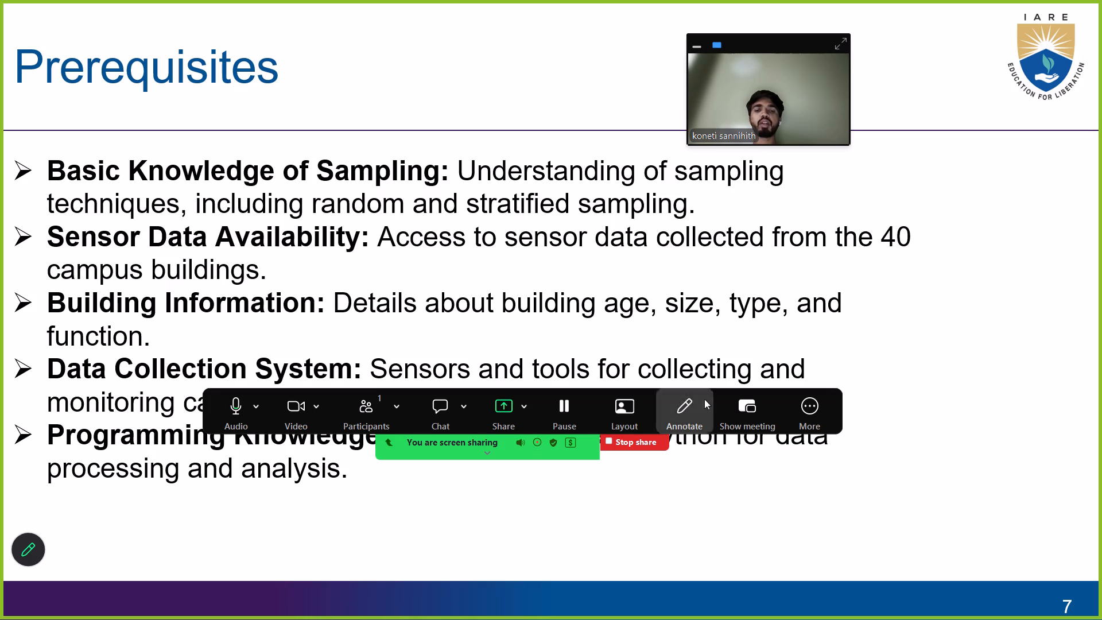
Move the floating meeting controls off the Prerequisites bullet text into the empty space below the last bullet.
{"action": "left_click_drag", "start_coordinate": [648, 398], "coordinate": [674, 507]}
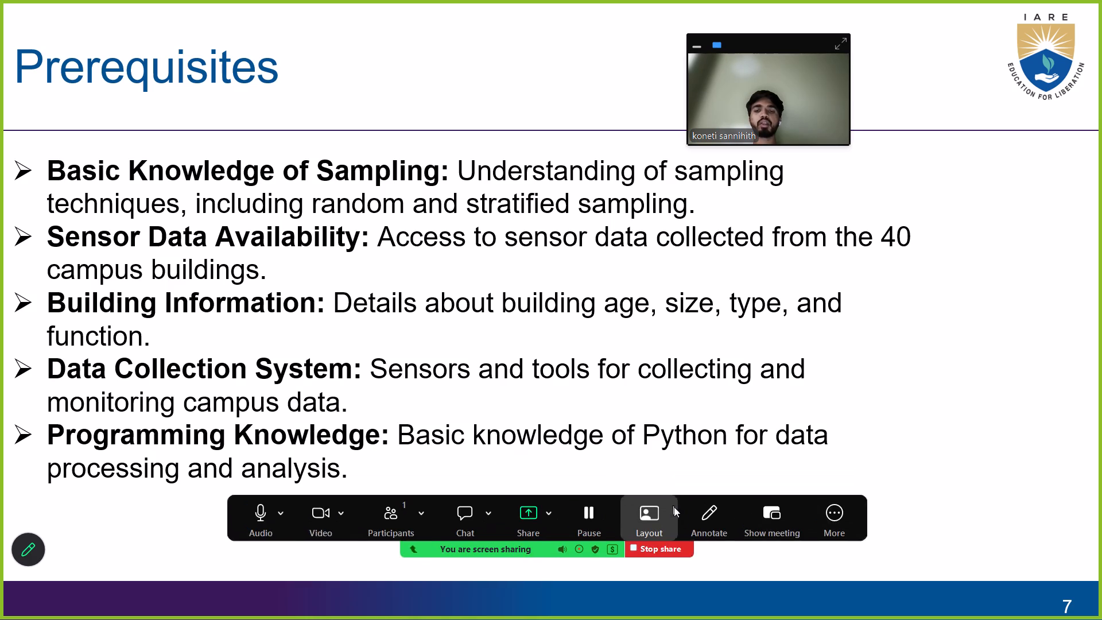
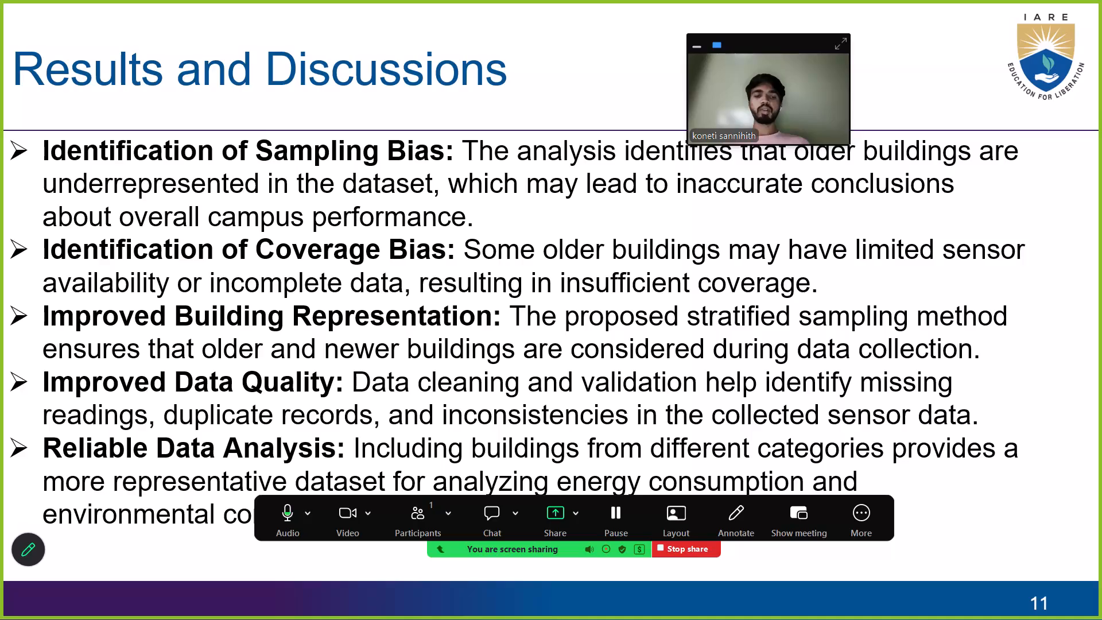
Move the floating meeting controls off the last Results and Discussions bullet, up to the Improved Data Quality bullet.
{"action": "left_click_drag", "start_coordinate": [762, 515], "coordinate": [845, 381]}
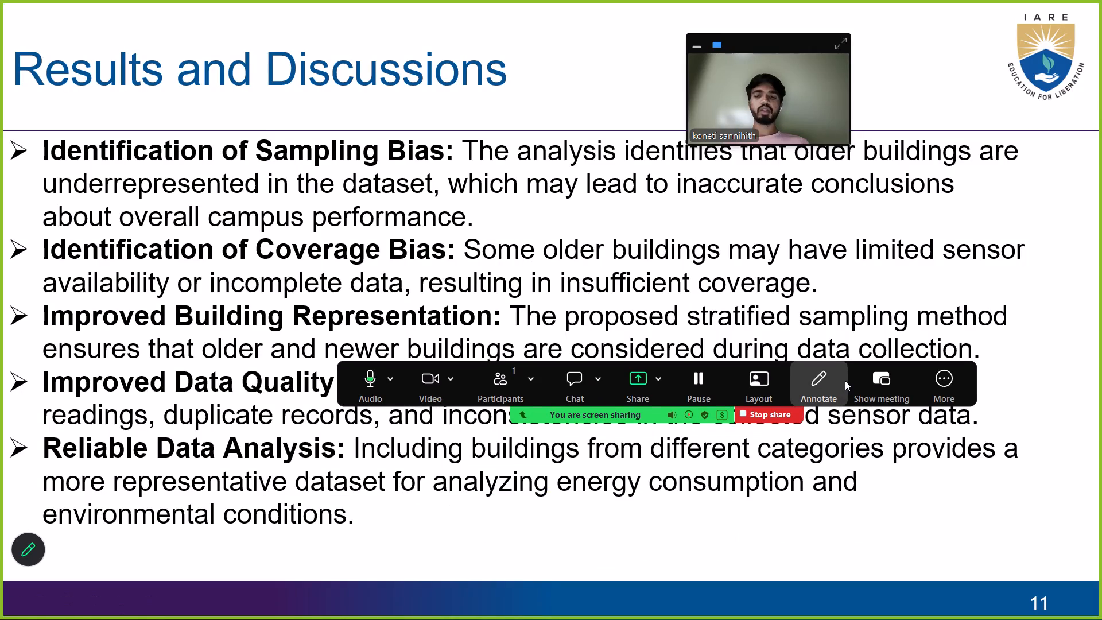
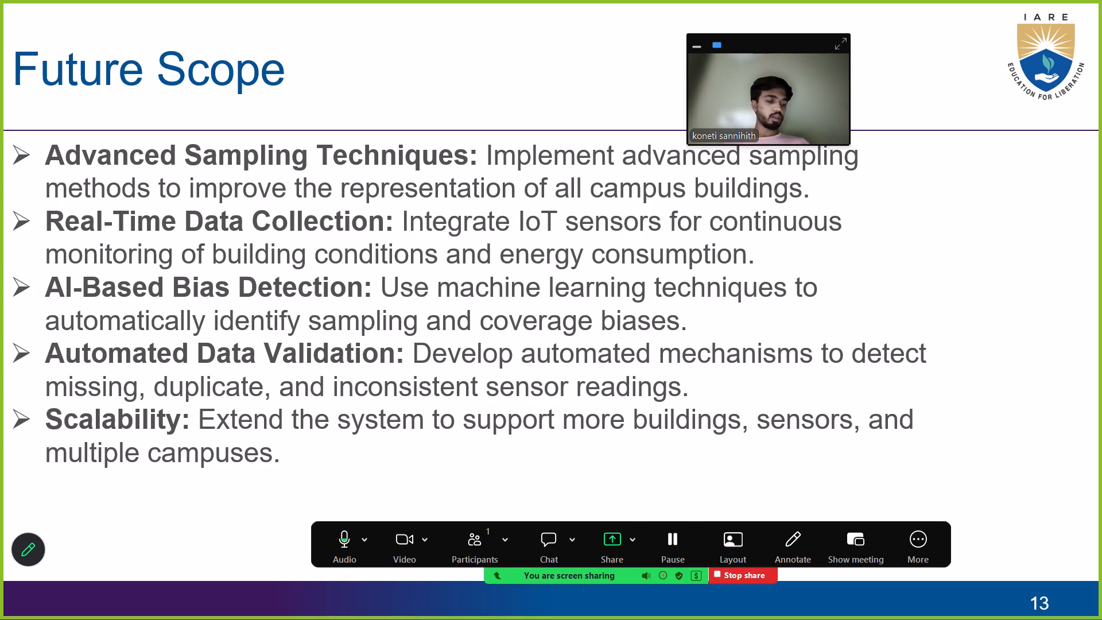
Advance the slide show from Future Scope past the References slide to the closing Thank You slide.
{"action": "key", "text": "Right"}
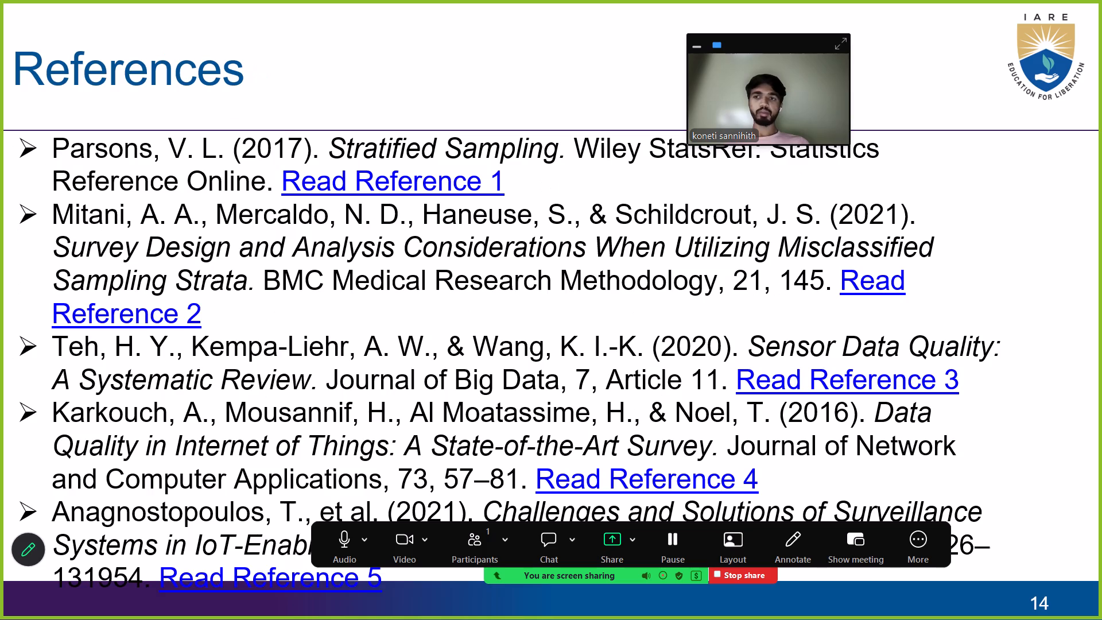
{"action": "key", "text": "Right"}
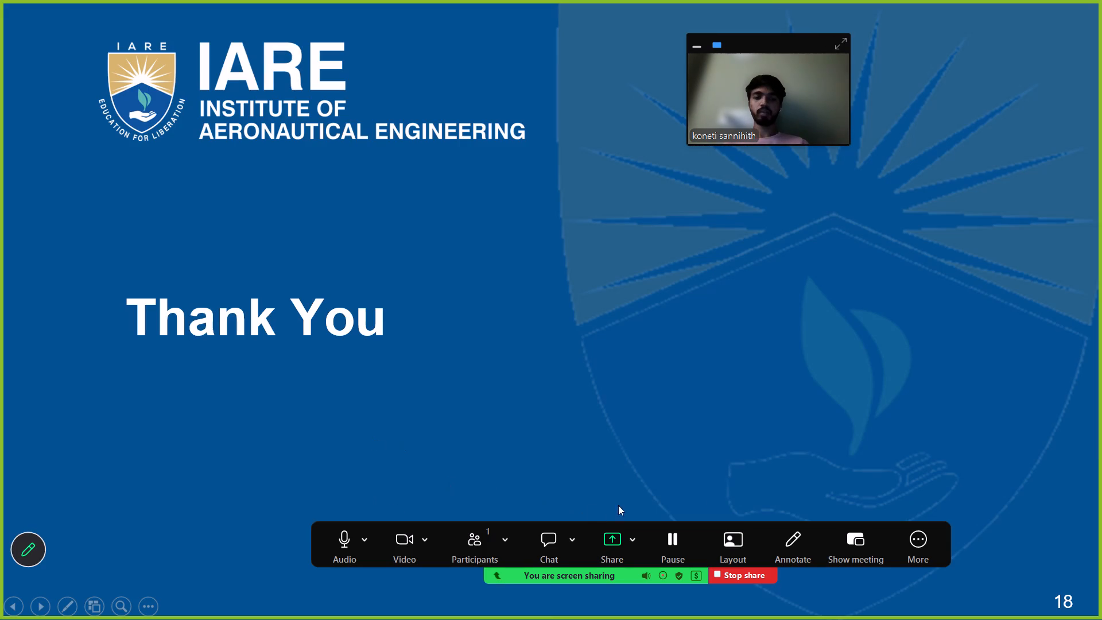
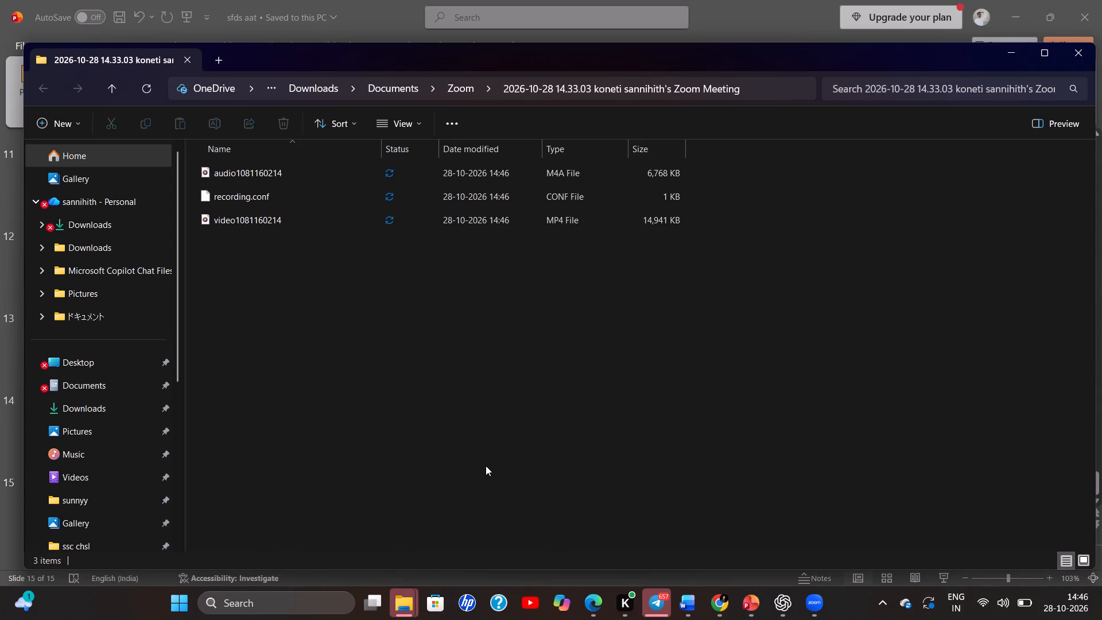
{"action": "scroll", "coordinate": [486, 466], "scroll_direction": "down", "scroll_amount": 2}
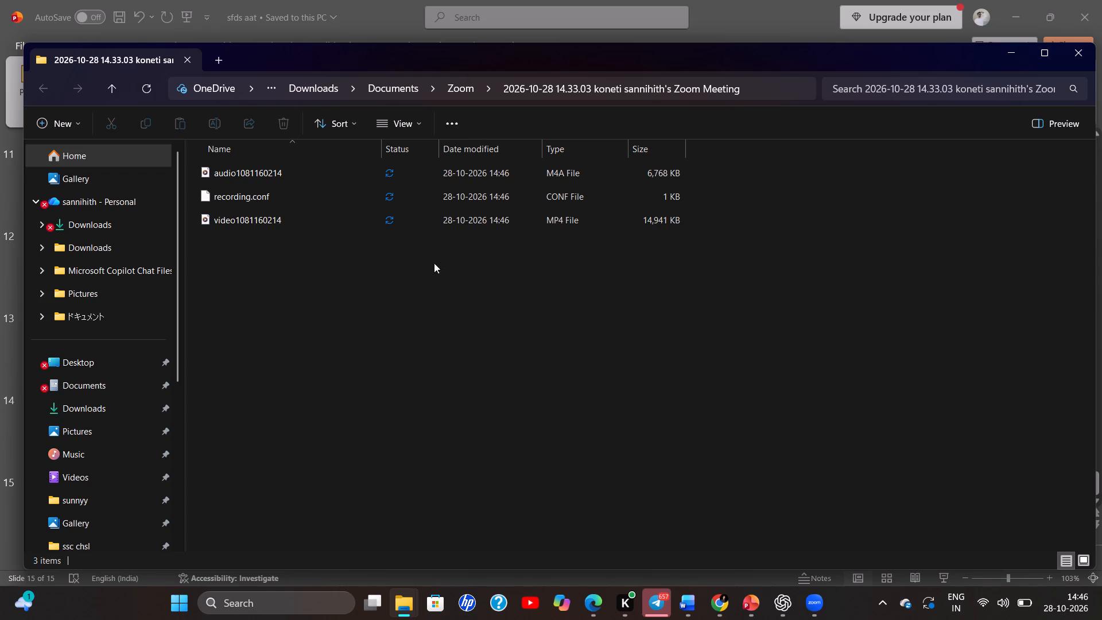
{"action": "left_click", "coordinate": [505, 228]}
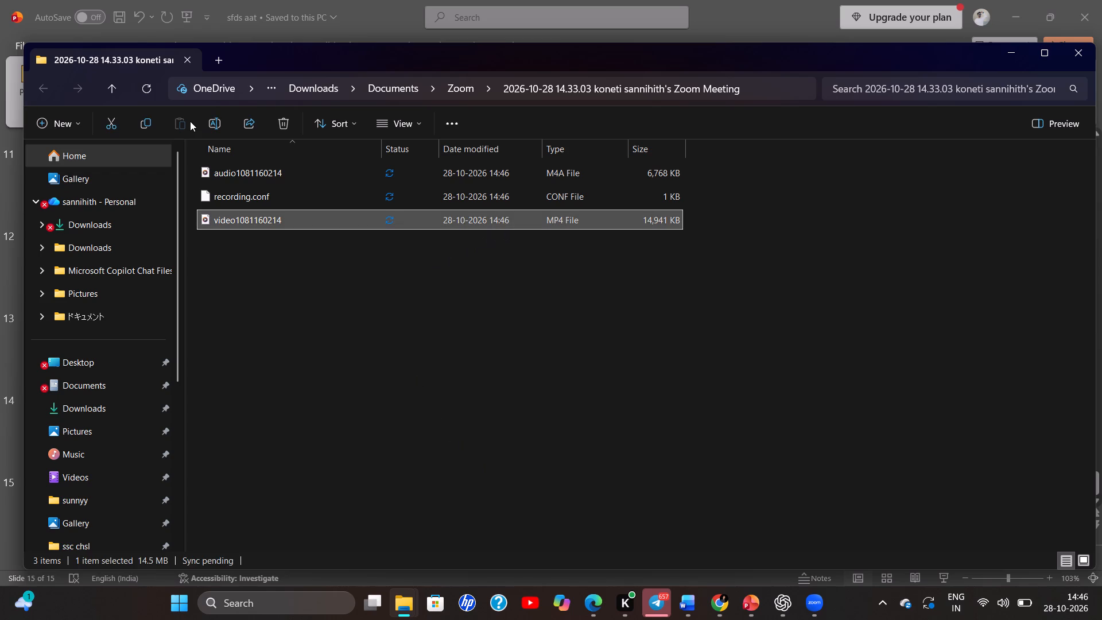